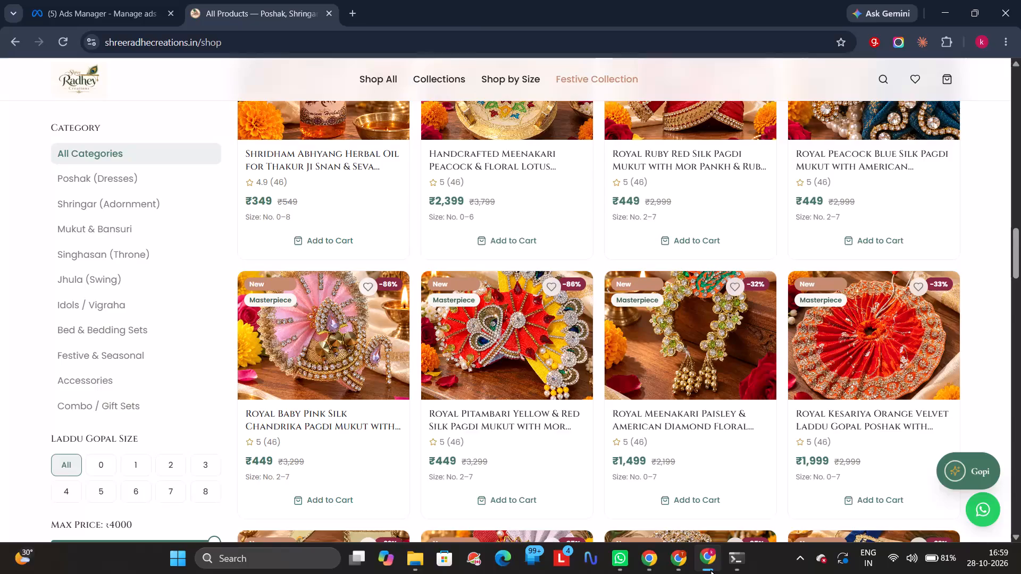
Switch from the Shree Radhe Creations shop to the other Chrome window with the Kwik Engage homepage for Tamra & Spice Co.
left_click(685, 567)
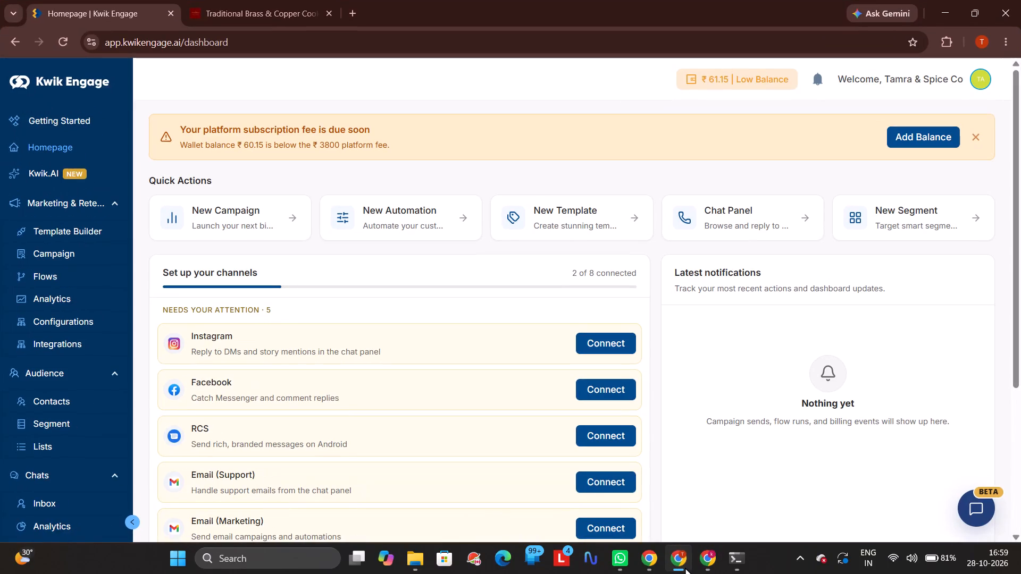
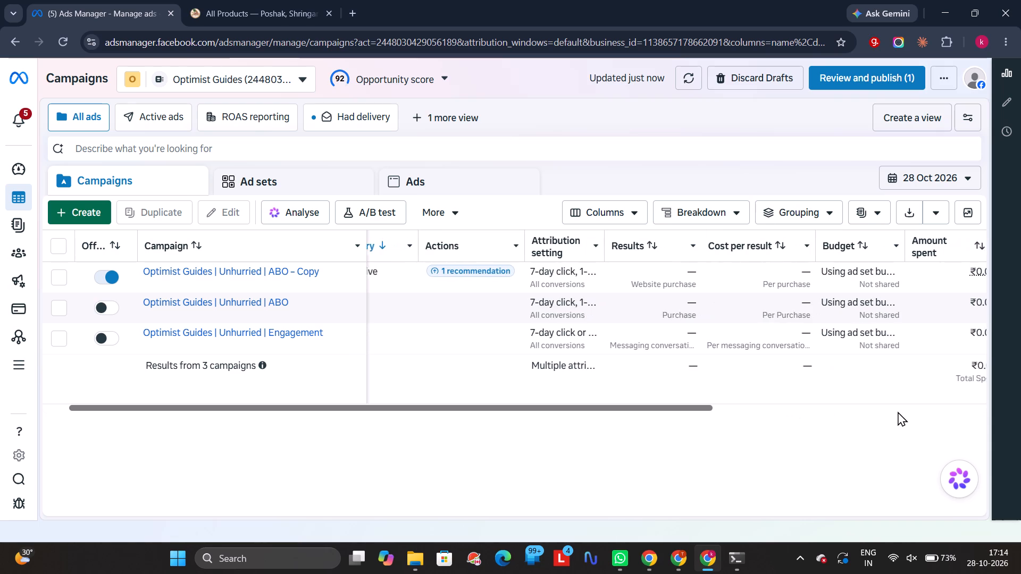
Review the results, spend, impressions and reach columns for the three Optimist Guides campaigns.
left_click_drag(898, 411, 1020, 426)
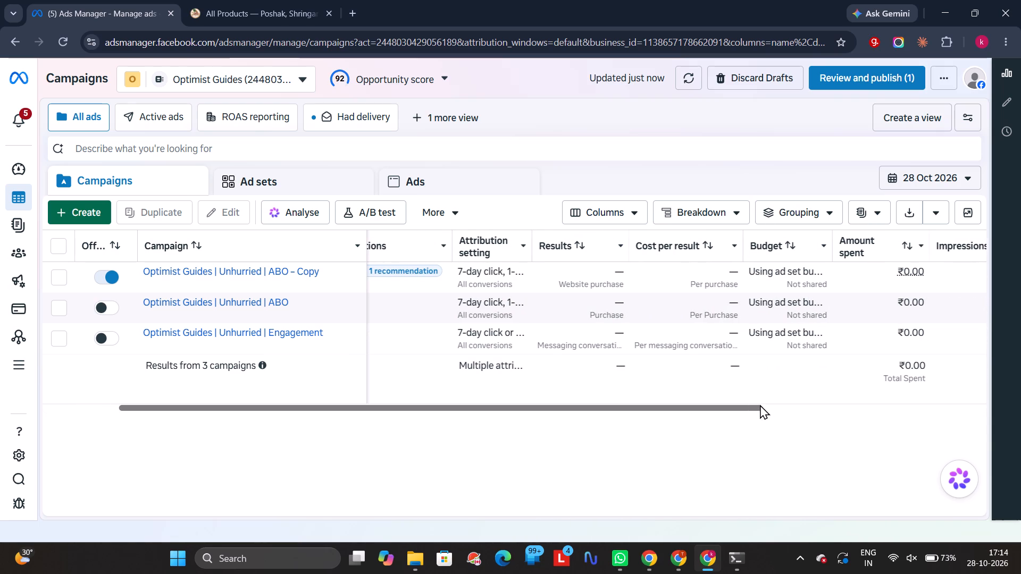
left_click_drag(759, 404, 1020, 411)
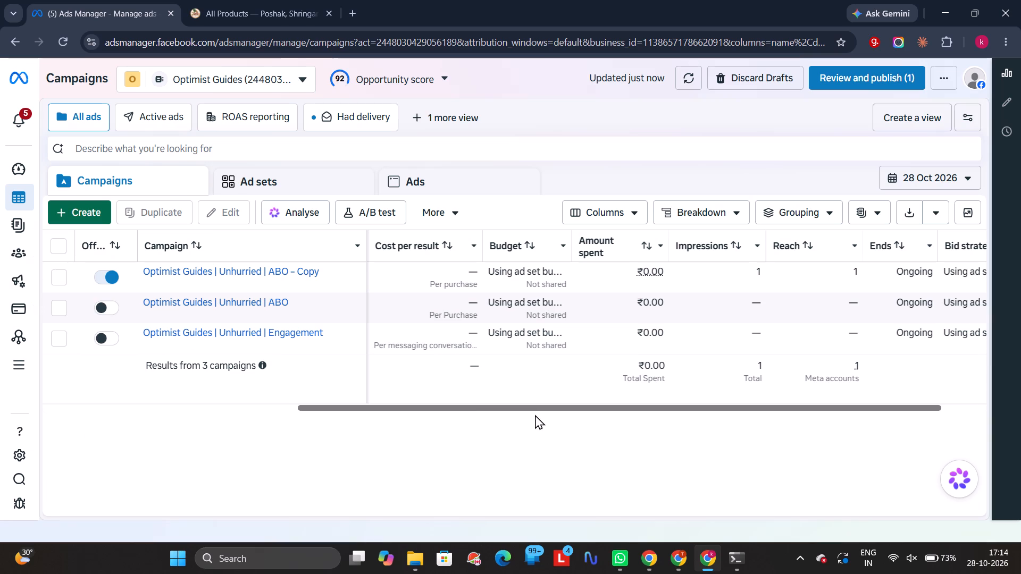
left_click_drag(528, 411, 61, 469)
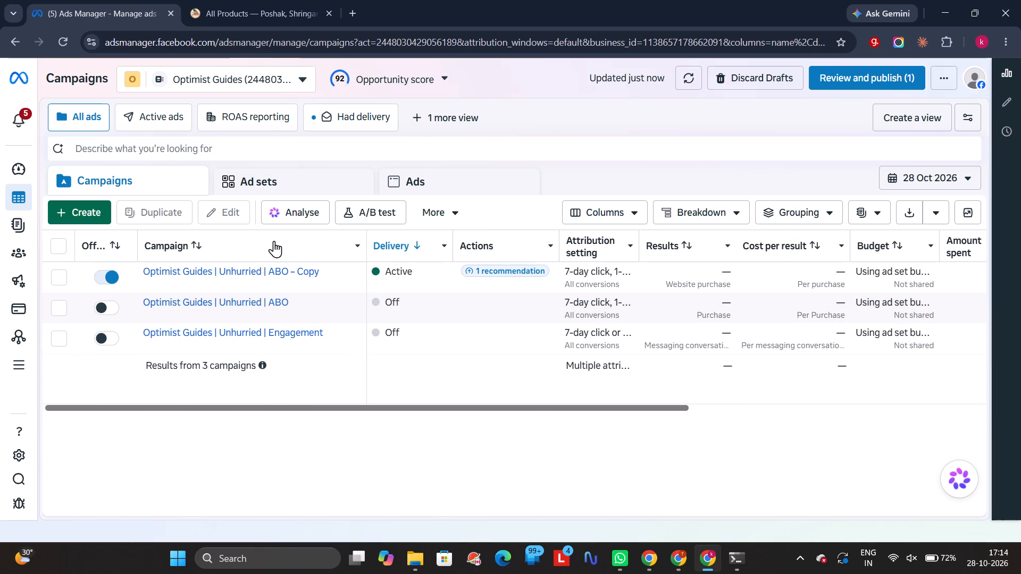
Drill down from the "Optimist Guides | Unhurried | ABO – Copy" campaign through "Unhurried | Adset 1" and examine its ad's delivery and performance columns.
left_click(265, 270)
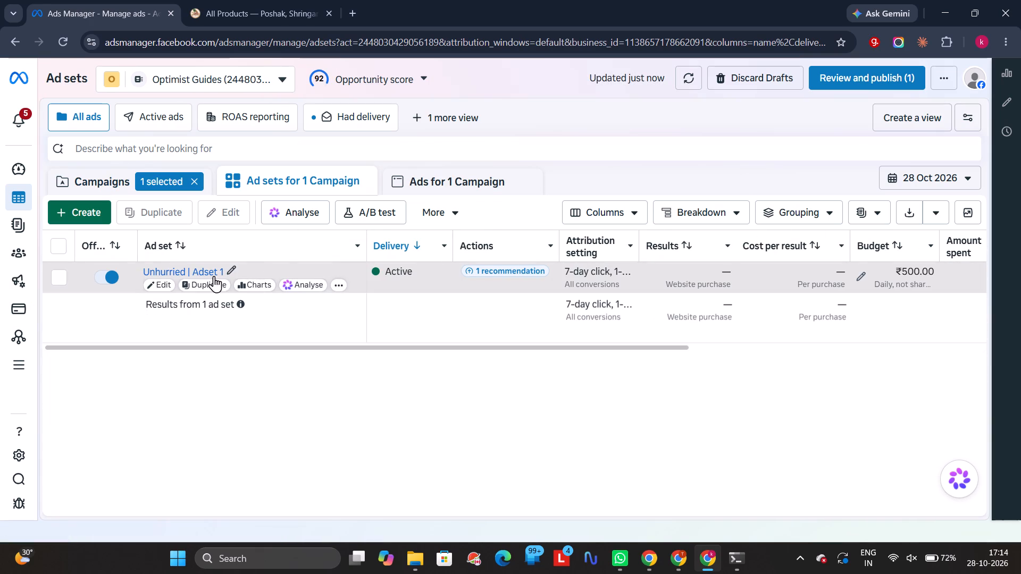
left_click(186, 278)
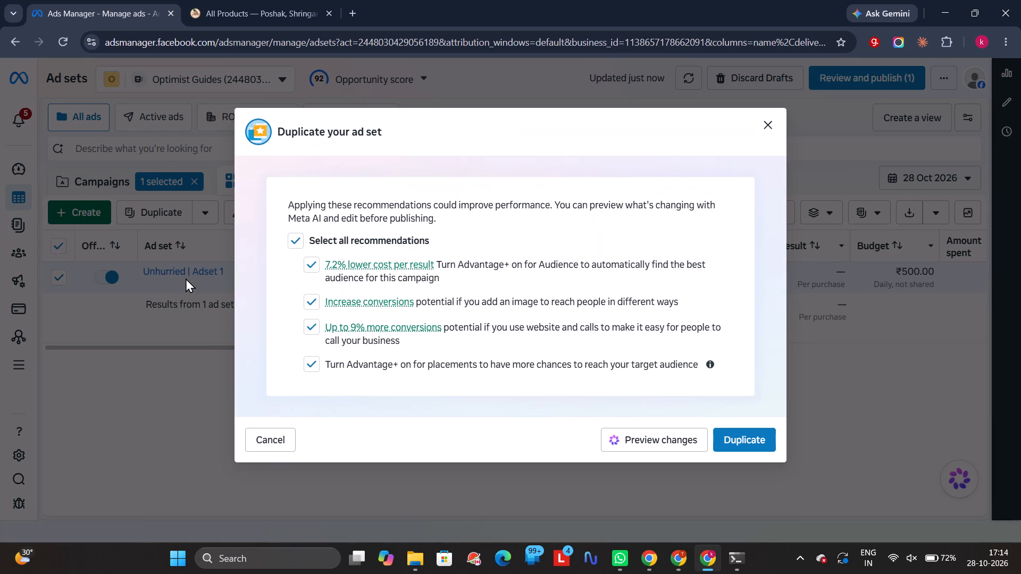
left_click(257, 442)
left_click(182, 269)
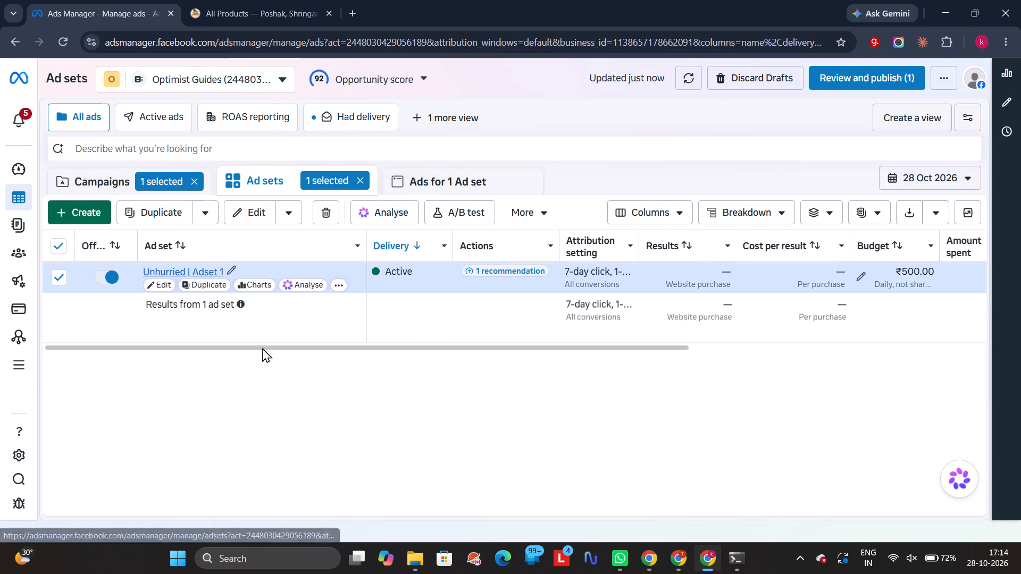
scroll(521, 341, "left", 6)
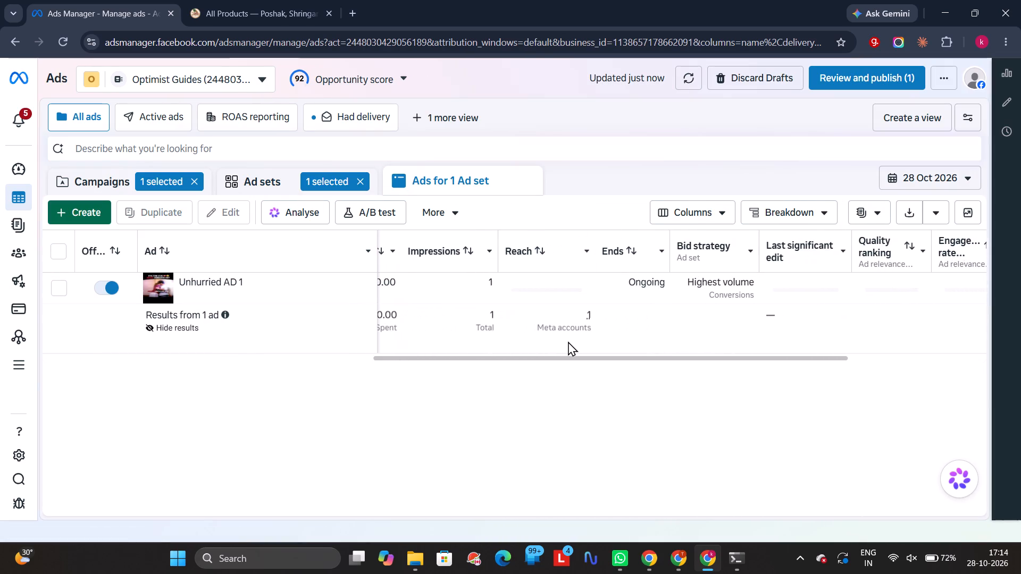
scroll(568, 341, "right", 1)
scroll(568, 341, "right", 20)
scroll(568, 341, "right", 6)
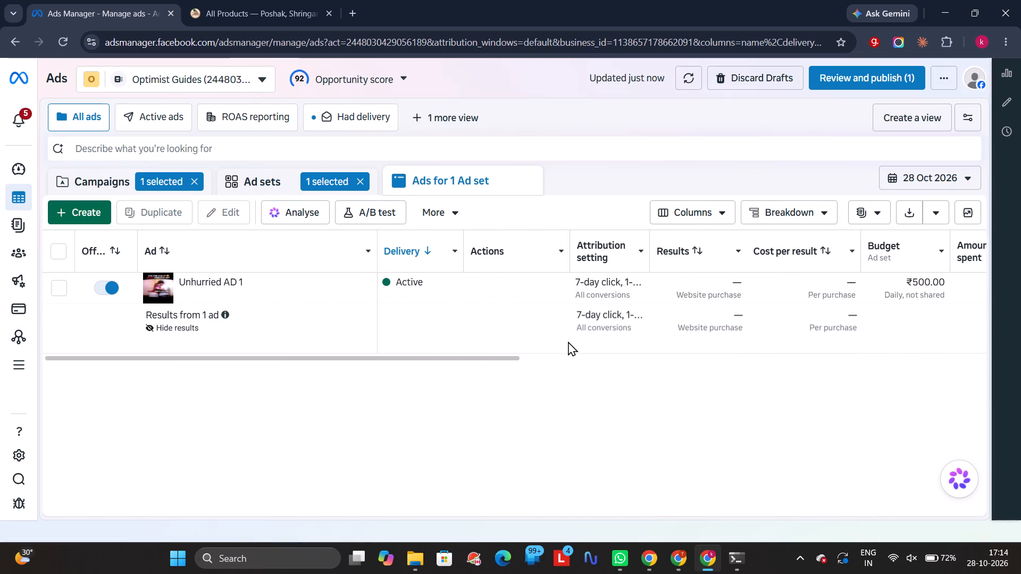
Open Billing and payments for the Optimist Guides ad account.
left_click(37, 310)
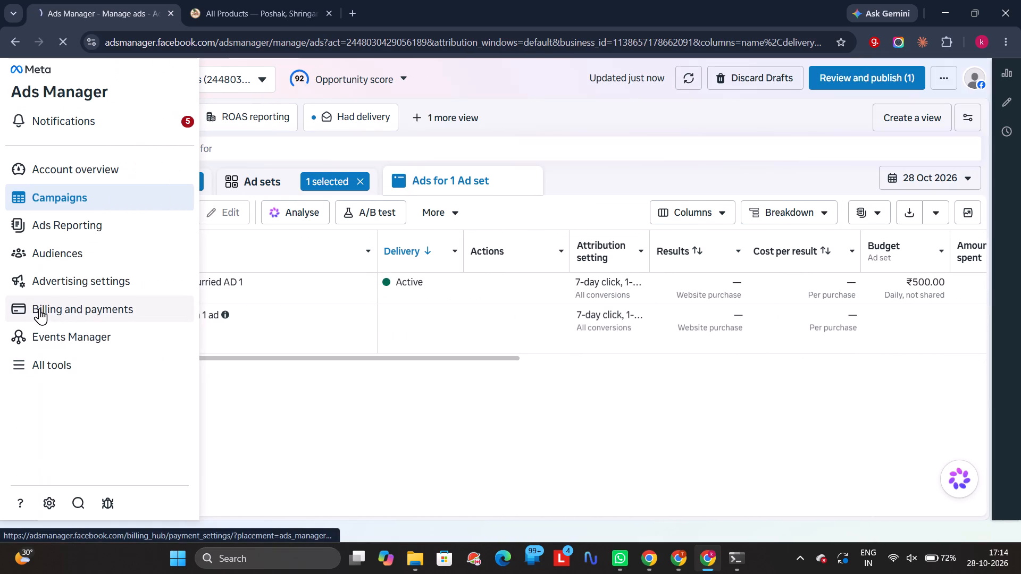
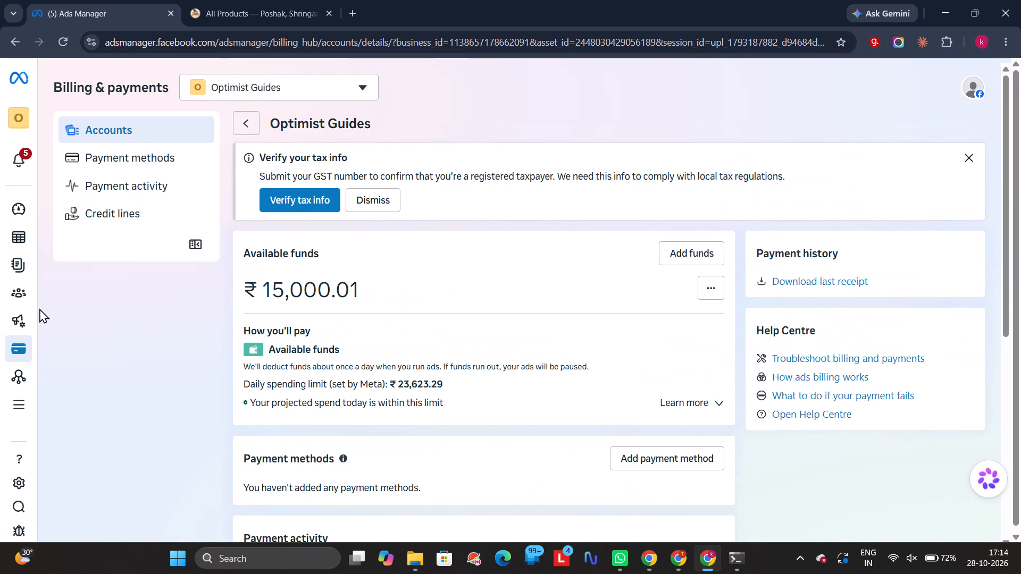
Open the full payment activity for the Optimist Guides ad account and examine its transactions, payment methods and statuses.
scroll(39, 308, "down", 3)
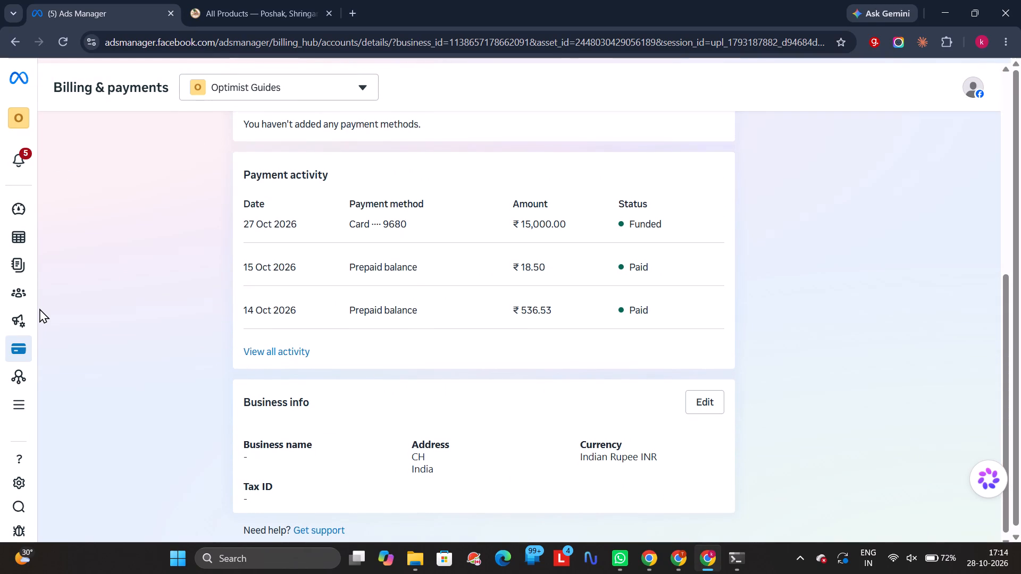
left_click(274, 347)
scroll(274, 347, "down", 1)
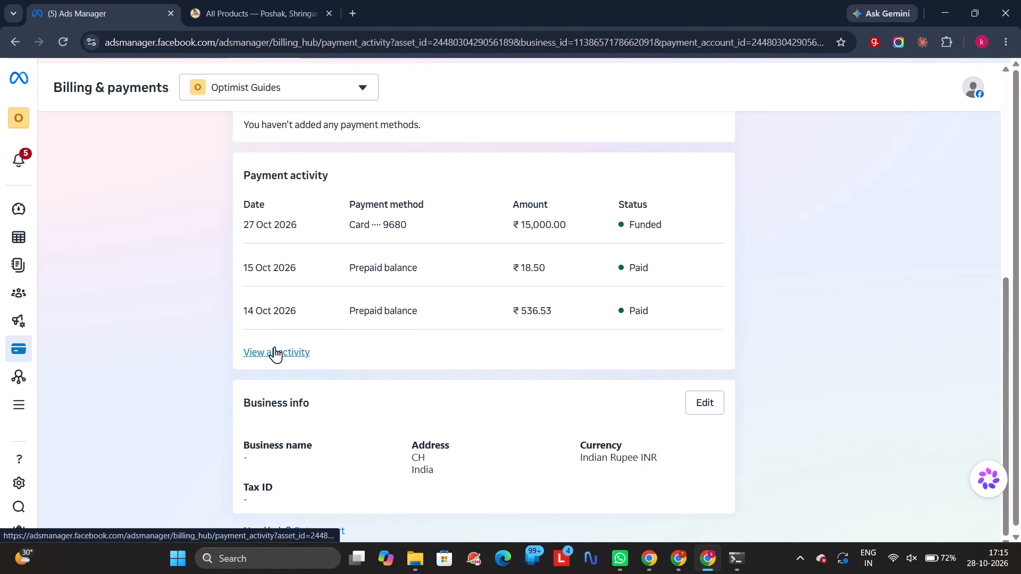
scroll(274, 347, "down", 11)
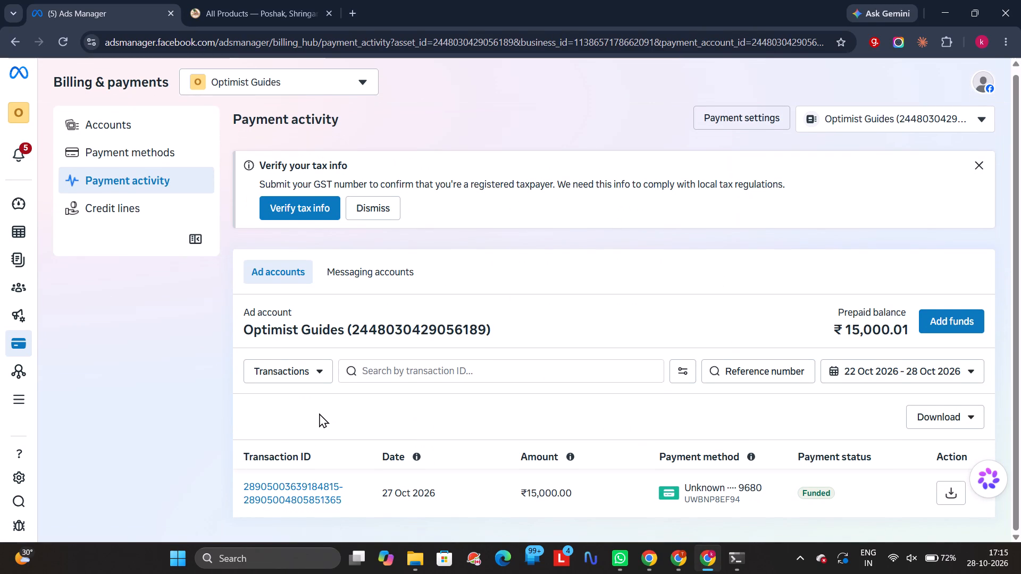
scroll(319, 413, "down", 7)
scroll(319, 413, "up", 7)
scroll(319, 413, "down", 8)
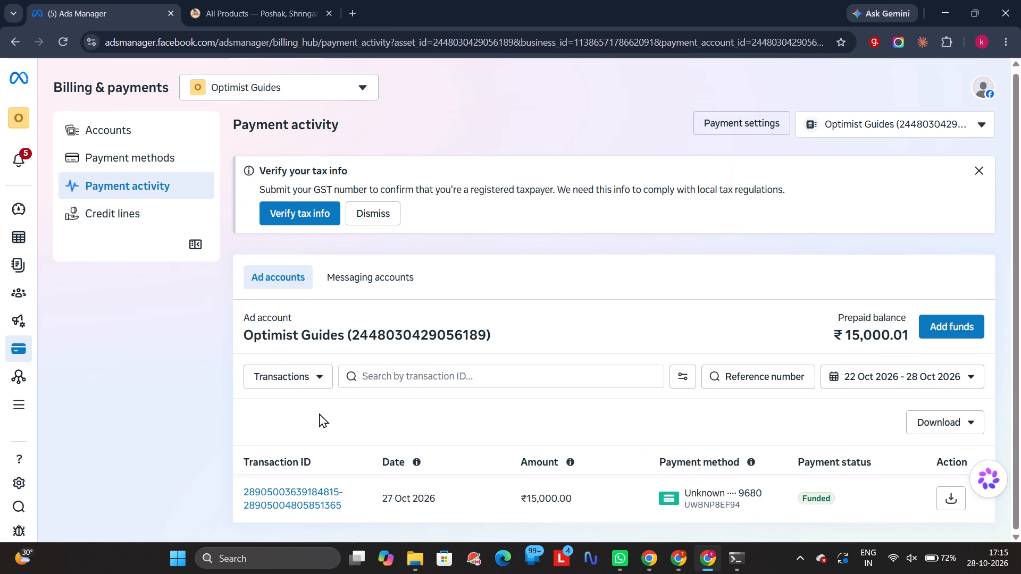